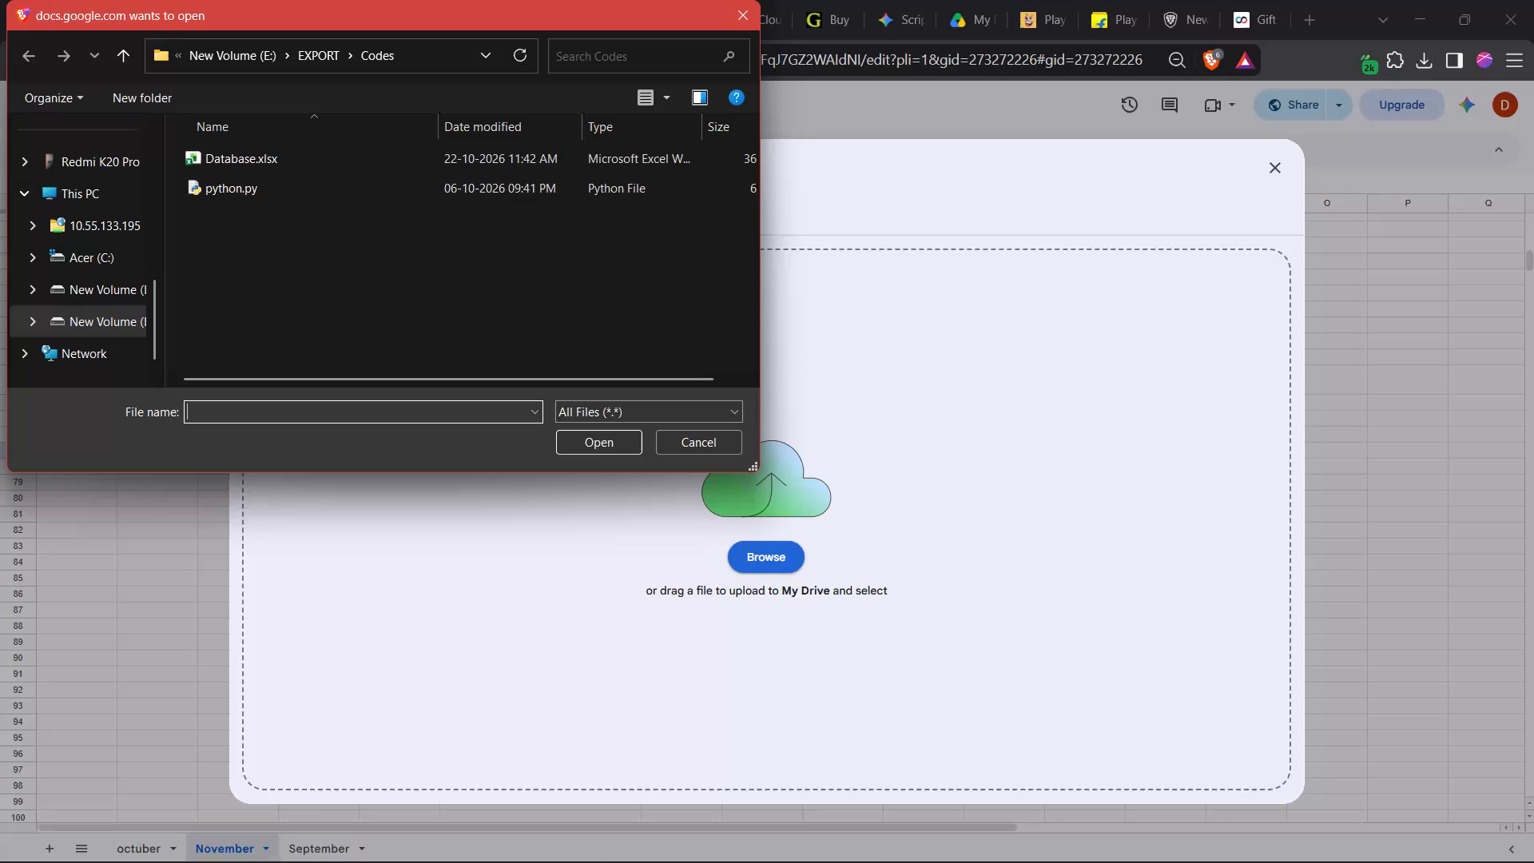
{"action": "left_click", "coordinate": [224, 64]}
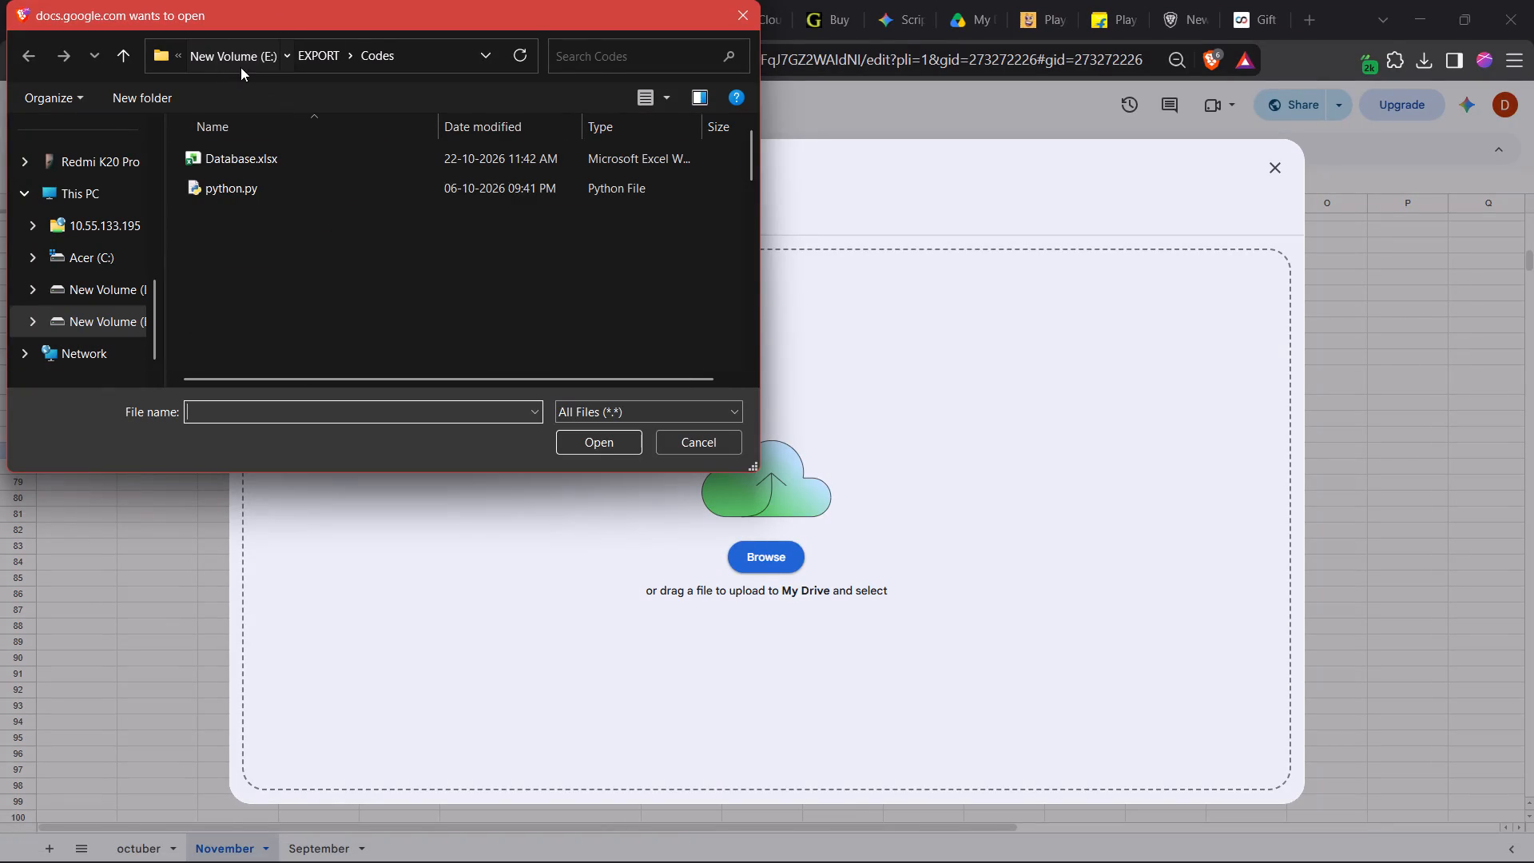
{"action": "scroll", "coordinate": [423, 254], "scroll_direction": "down", "scroll_amount": 4}
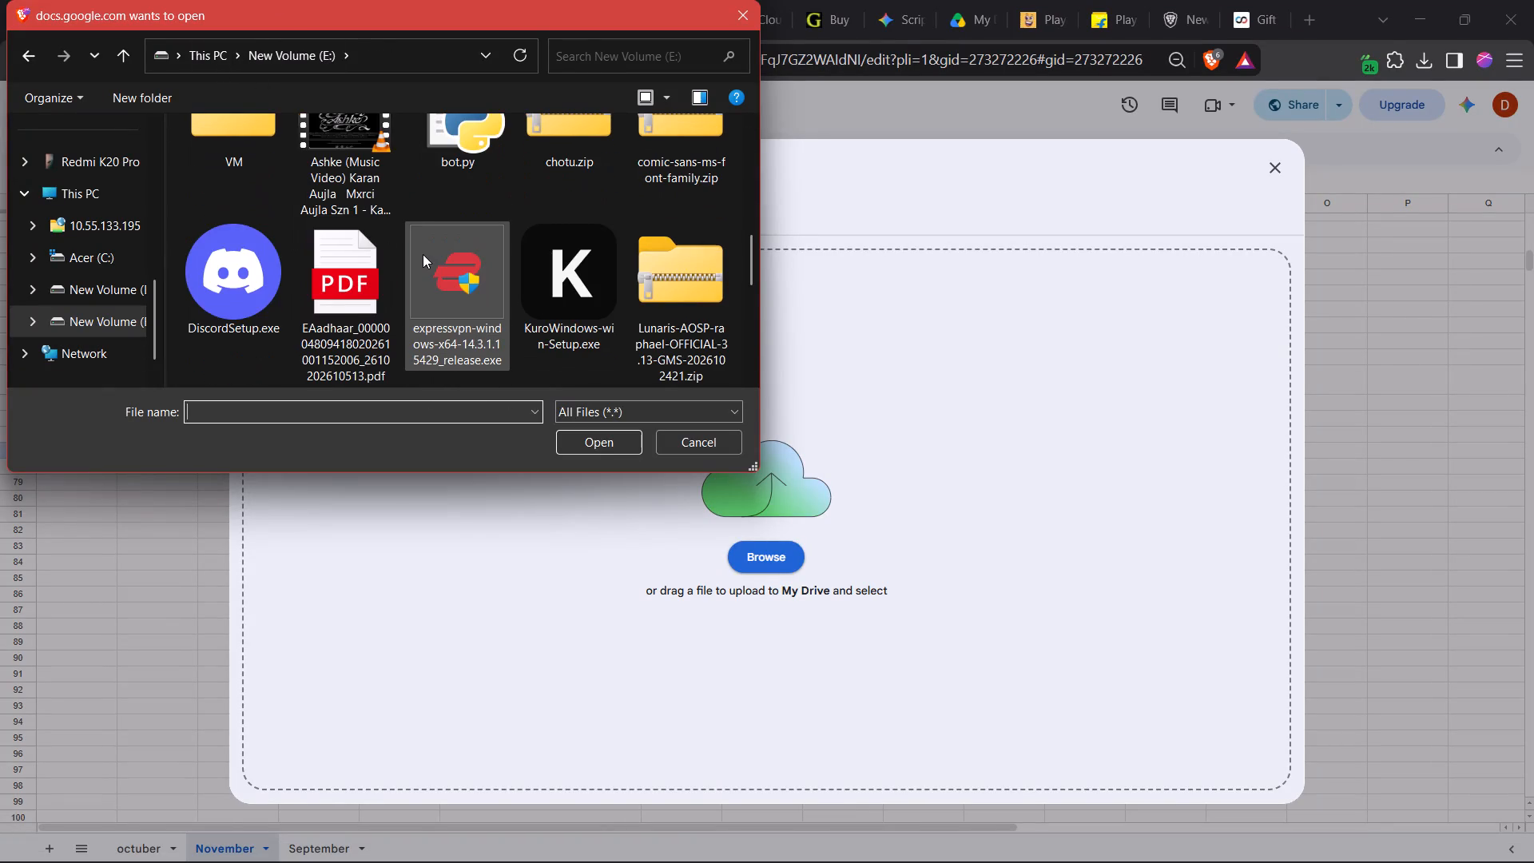
{"action": "scroll", "coordinate": [423, 254], "scroll_direction": "down", "scroll_amount": 4}
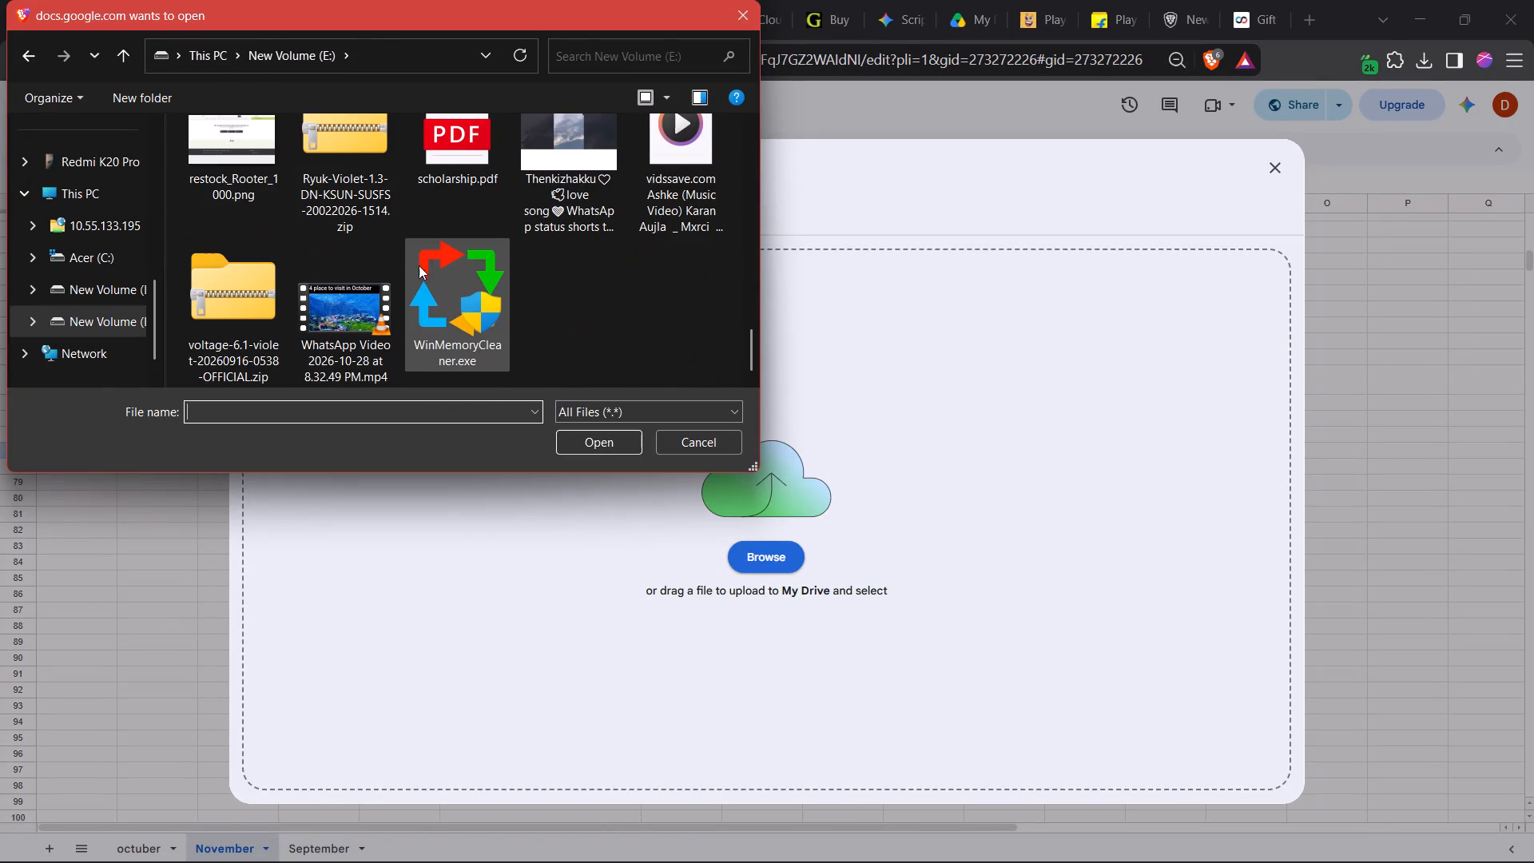
{"action": "scroll", "coordinate": [376, 272], "scroll_direction": "up", "scroll_amount": 6}
{"action": "scroll", "coordinate": [327, 201], "scroll_direction": "up", "scroll_amount": 9}
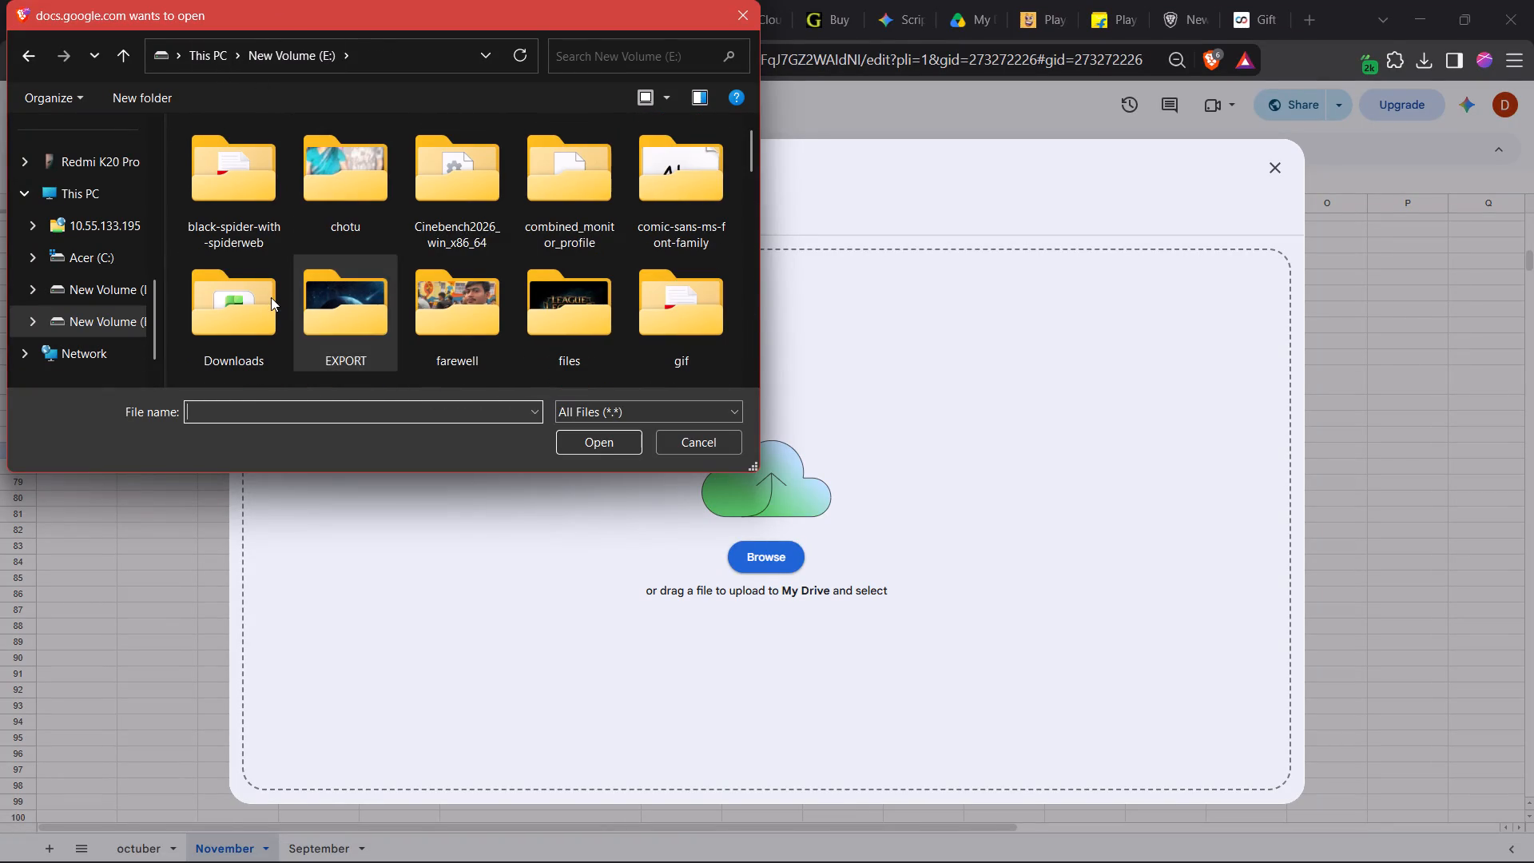
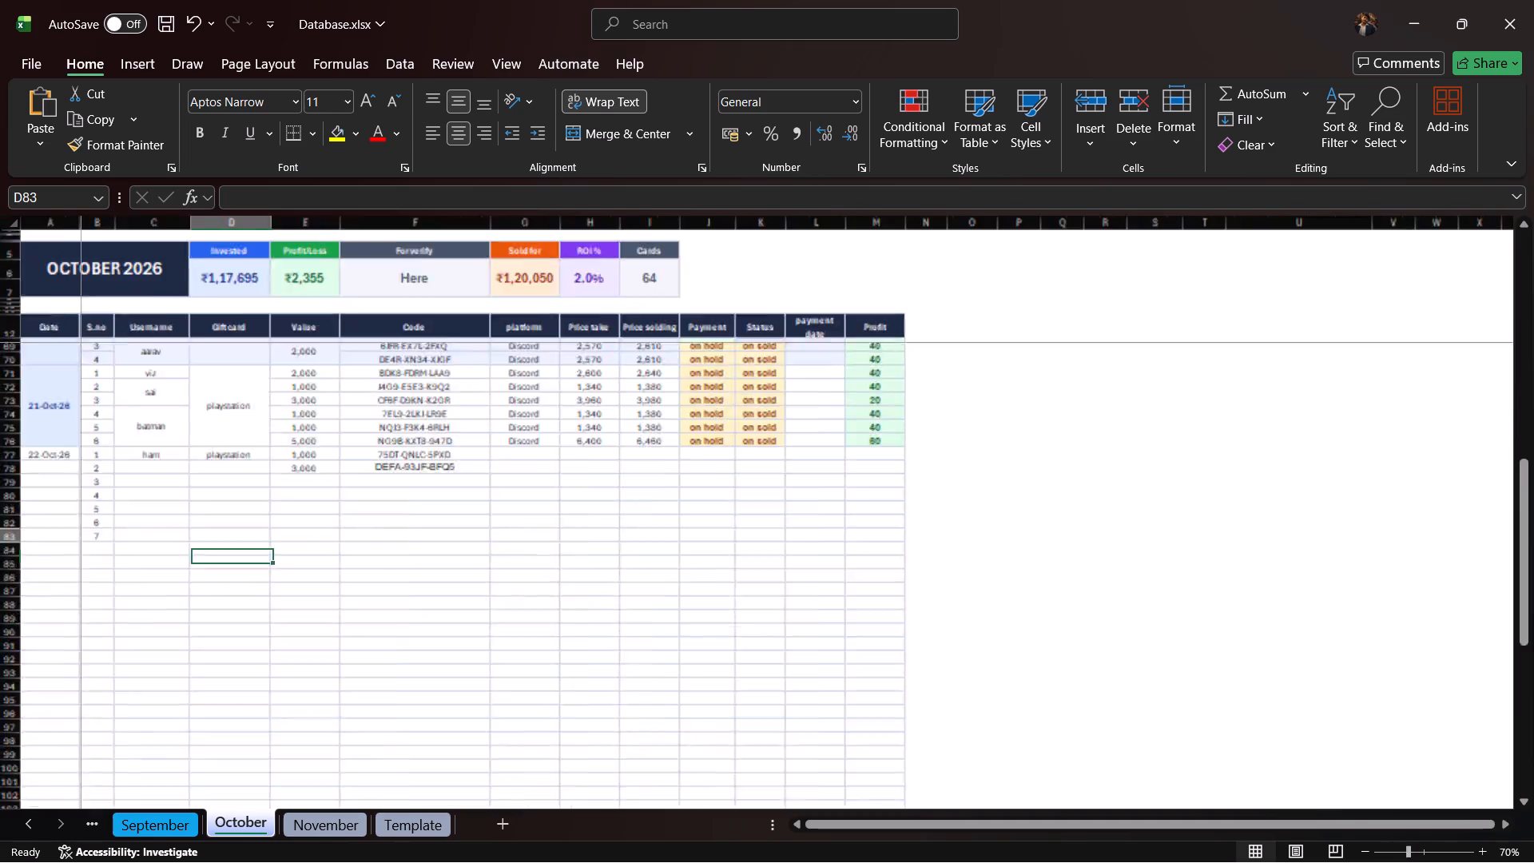
{"action": "scroll", "coordinate": [256, 540], "scroll_direction": "up", "scroll_amount": 4, "text": "ctrl"}
{"action": "key", "text": "super+Right"}
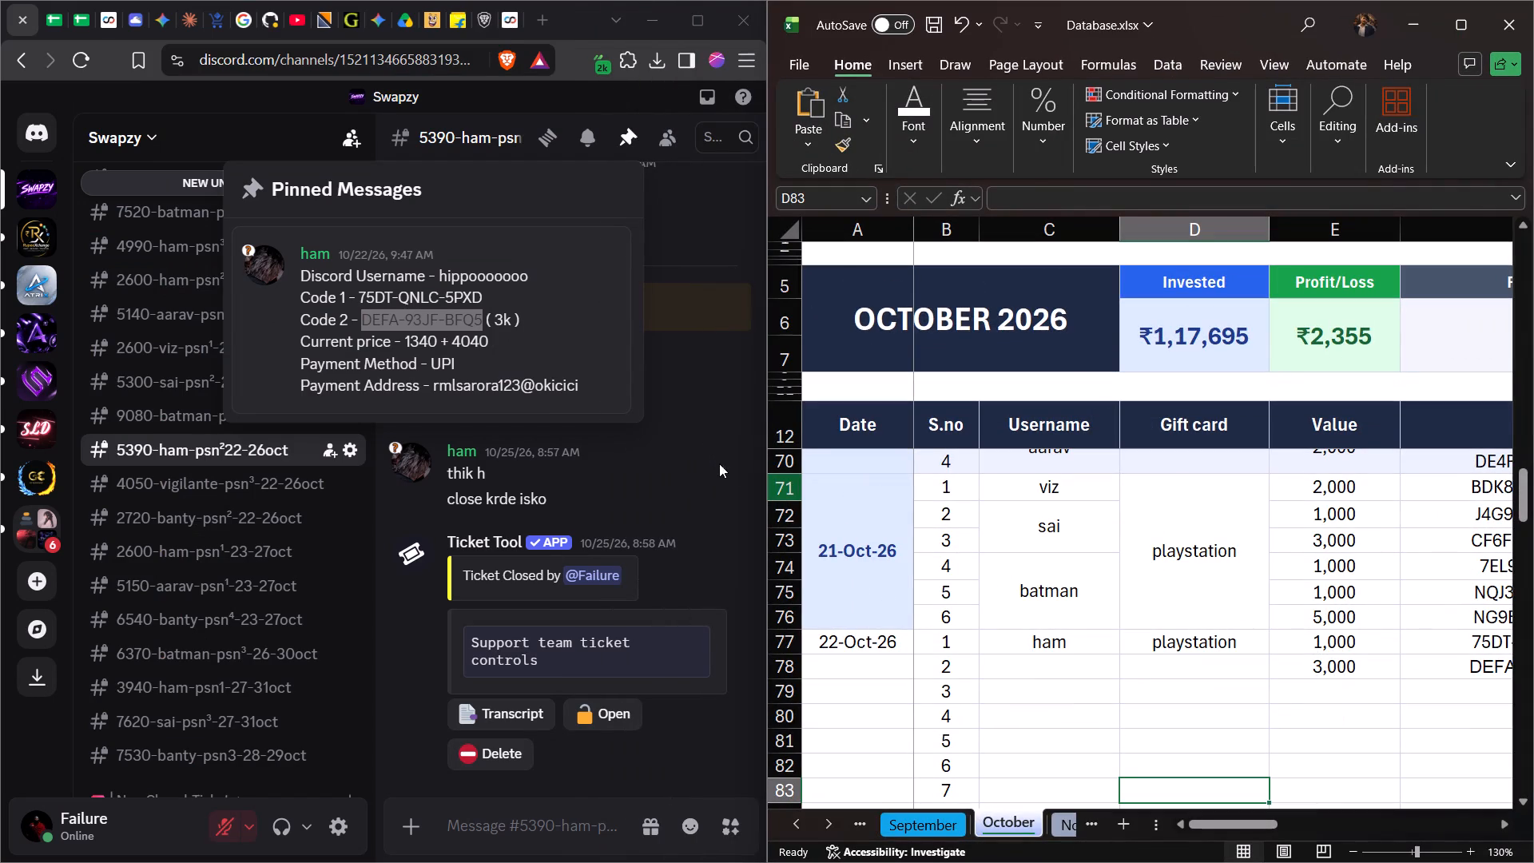
Merge and center the ham username cells and the playstation gift card cells, each across 22-Oct-26 rows 1 and 2.
{"action": "left_click", "coordinate": [1383, 699]}
{"action": "left_click_drag", "start_coordinate": [1248, 825], "coordinate": [1249, 825]}
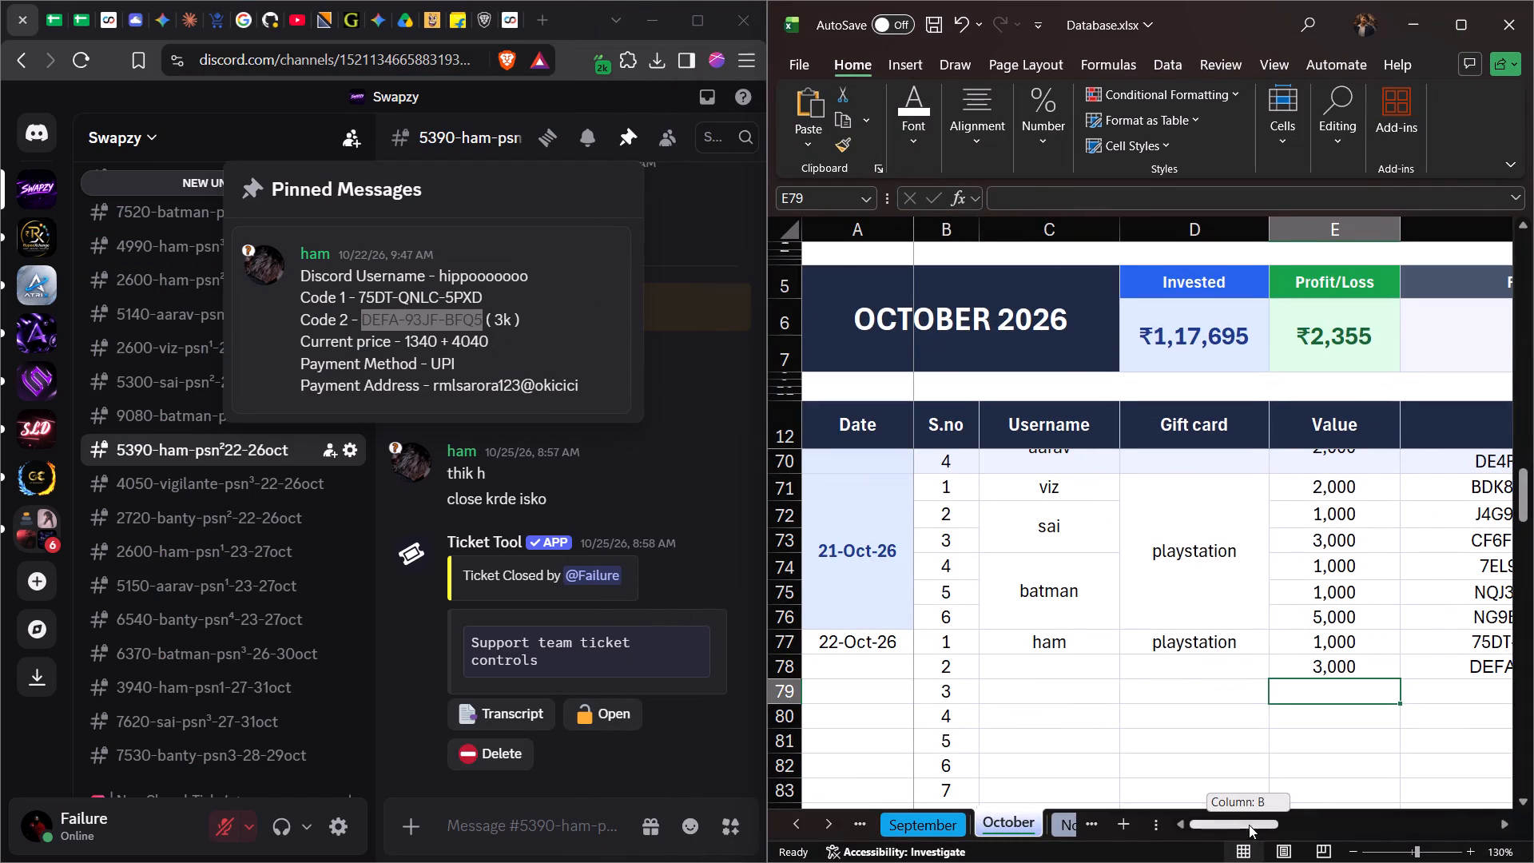
{"action": "left_click_drag", "start_coordinate": [1249, 825], "coordinate": [1239, 824]}
{"action": "left_click_drag", "start_coordinate": [1055, 646], "coordinate": [1055, 662]}
{"action": "left_click_drag", "start_coordinate": [1202, 643], "coordinate": [1201, 665], "text": "ctrl"}
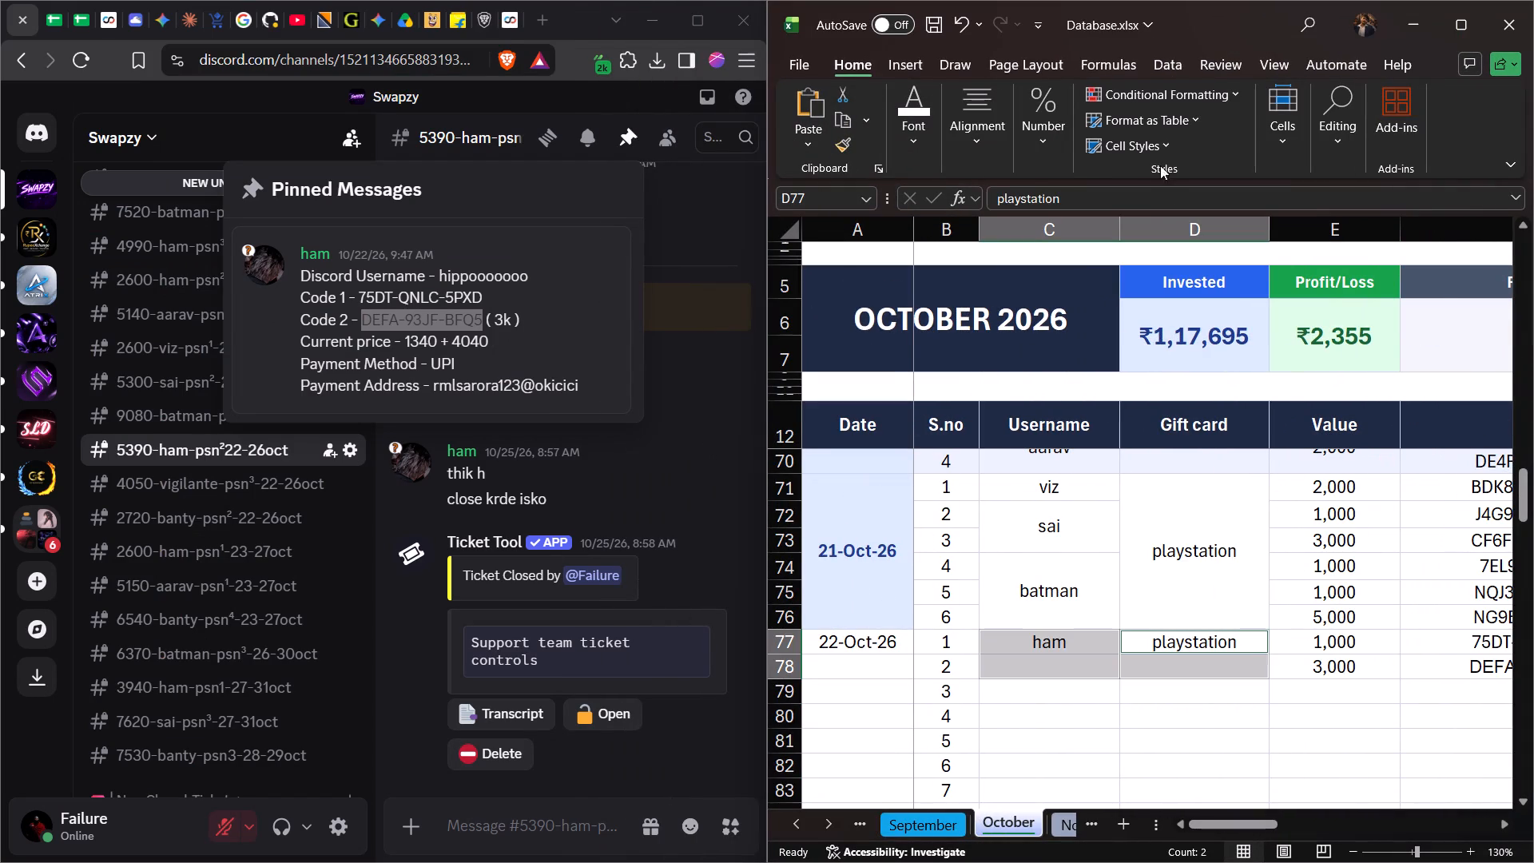
{"action": "left_click", "coordinate": [979, 155]}
{"action": "left_click", "coordinate": [1166, 228]}
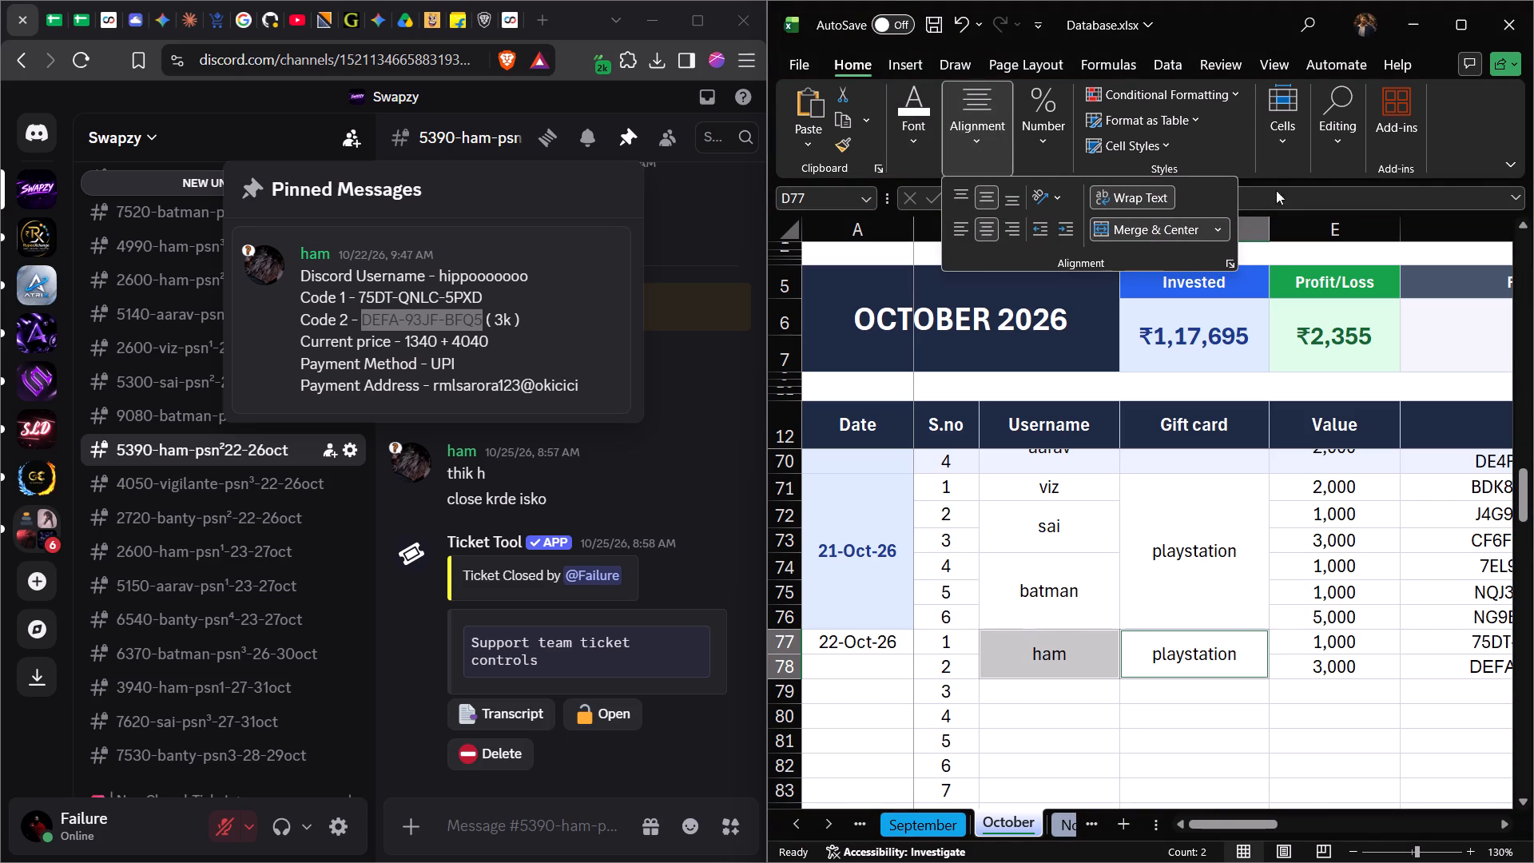
{"action": "left_click", "coordinate": [1470, 157]}
{"action": "left_click", "coordinate": [1243, 697]}
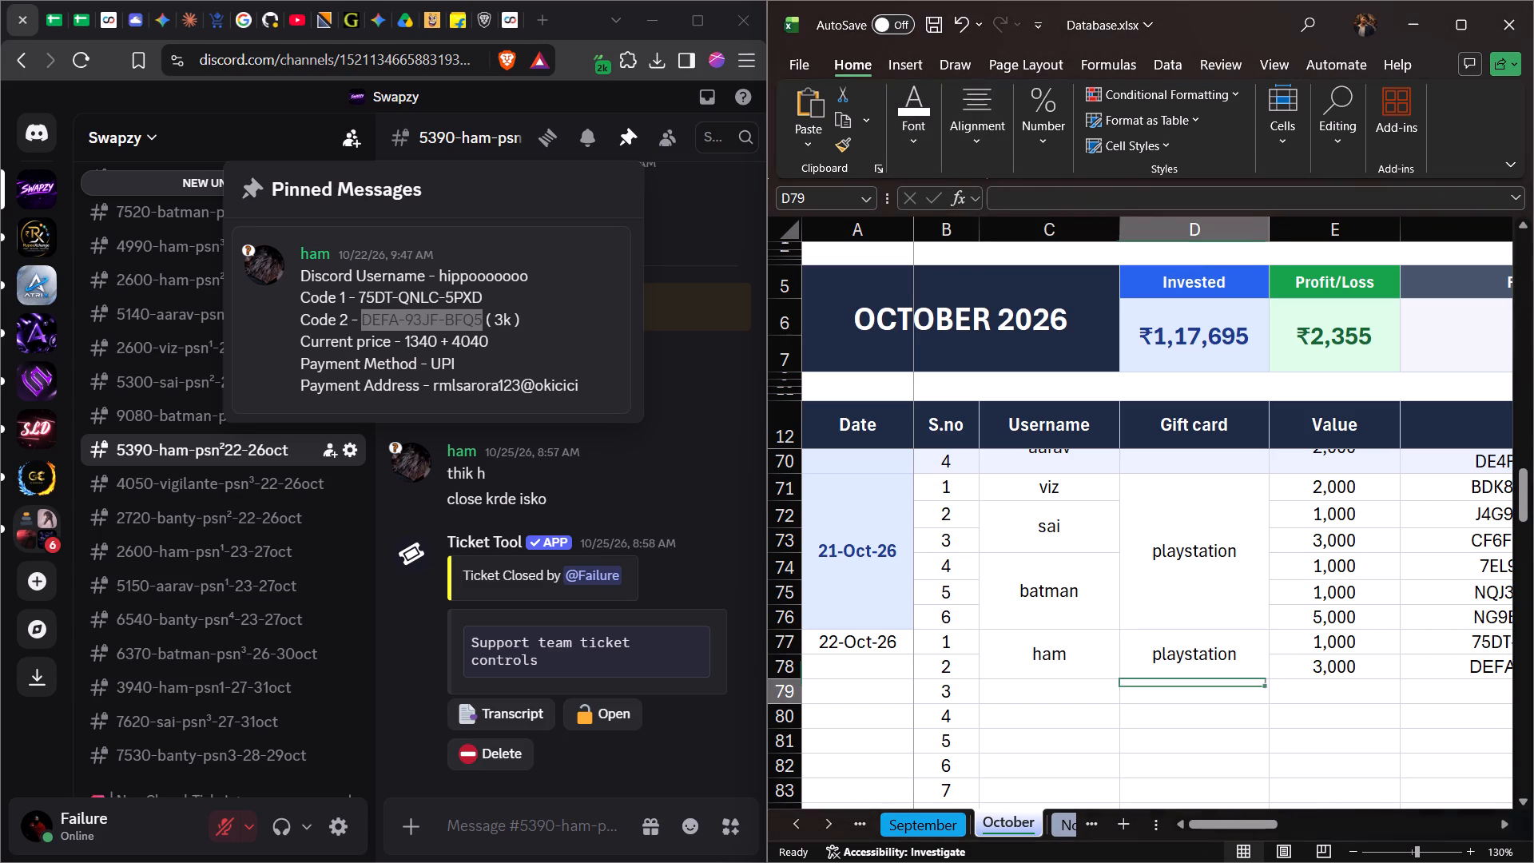
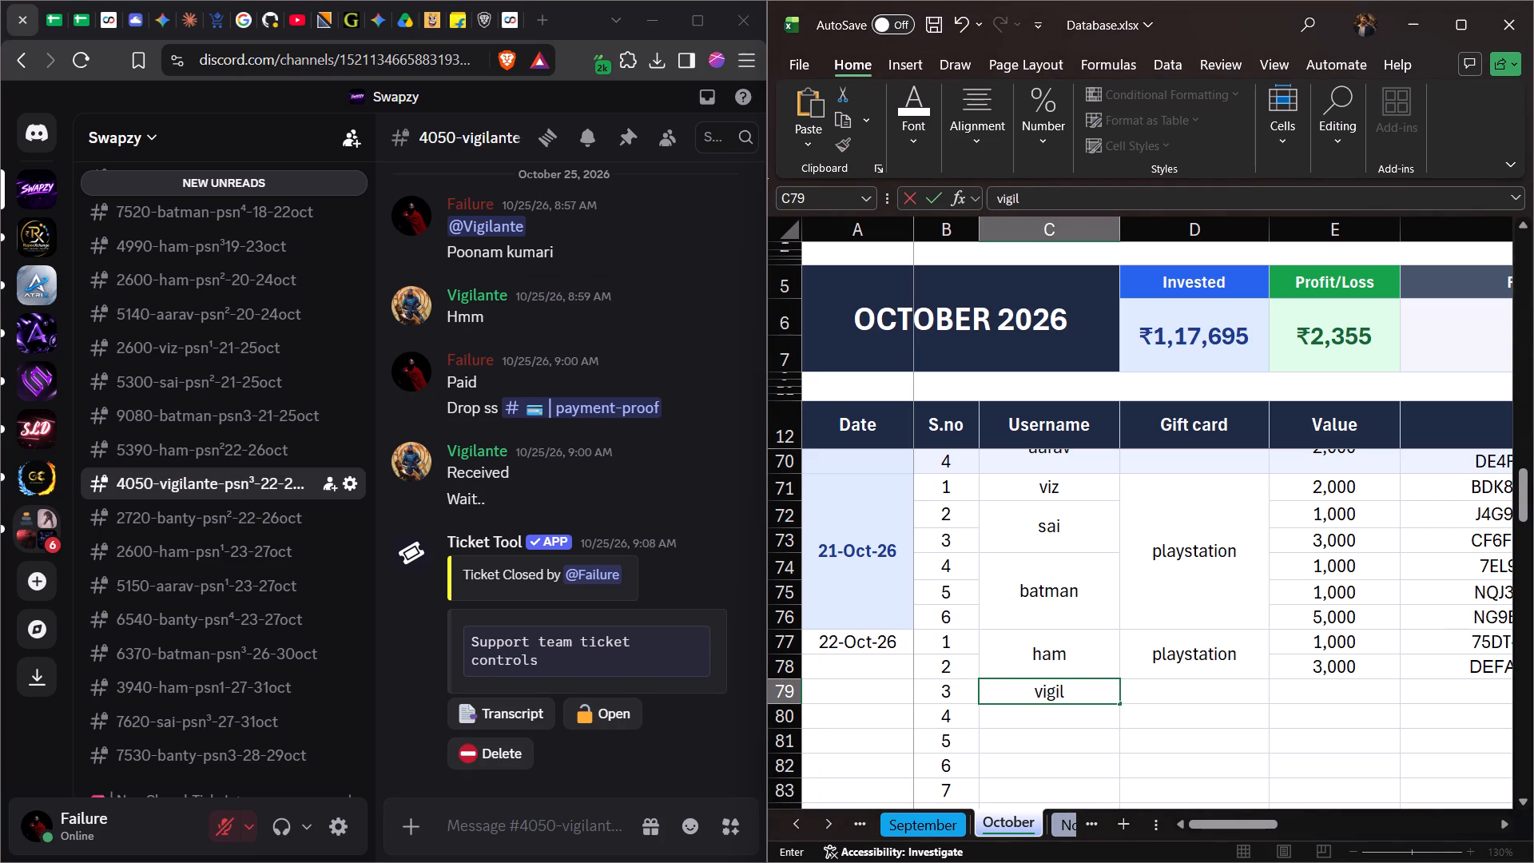
{"action": "type", "text": "ante"}
{"action": "key", "text": "Tab"}
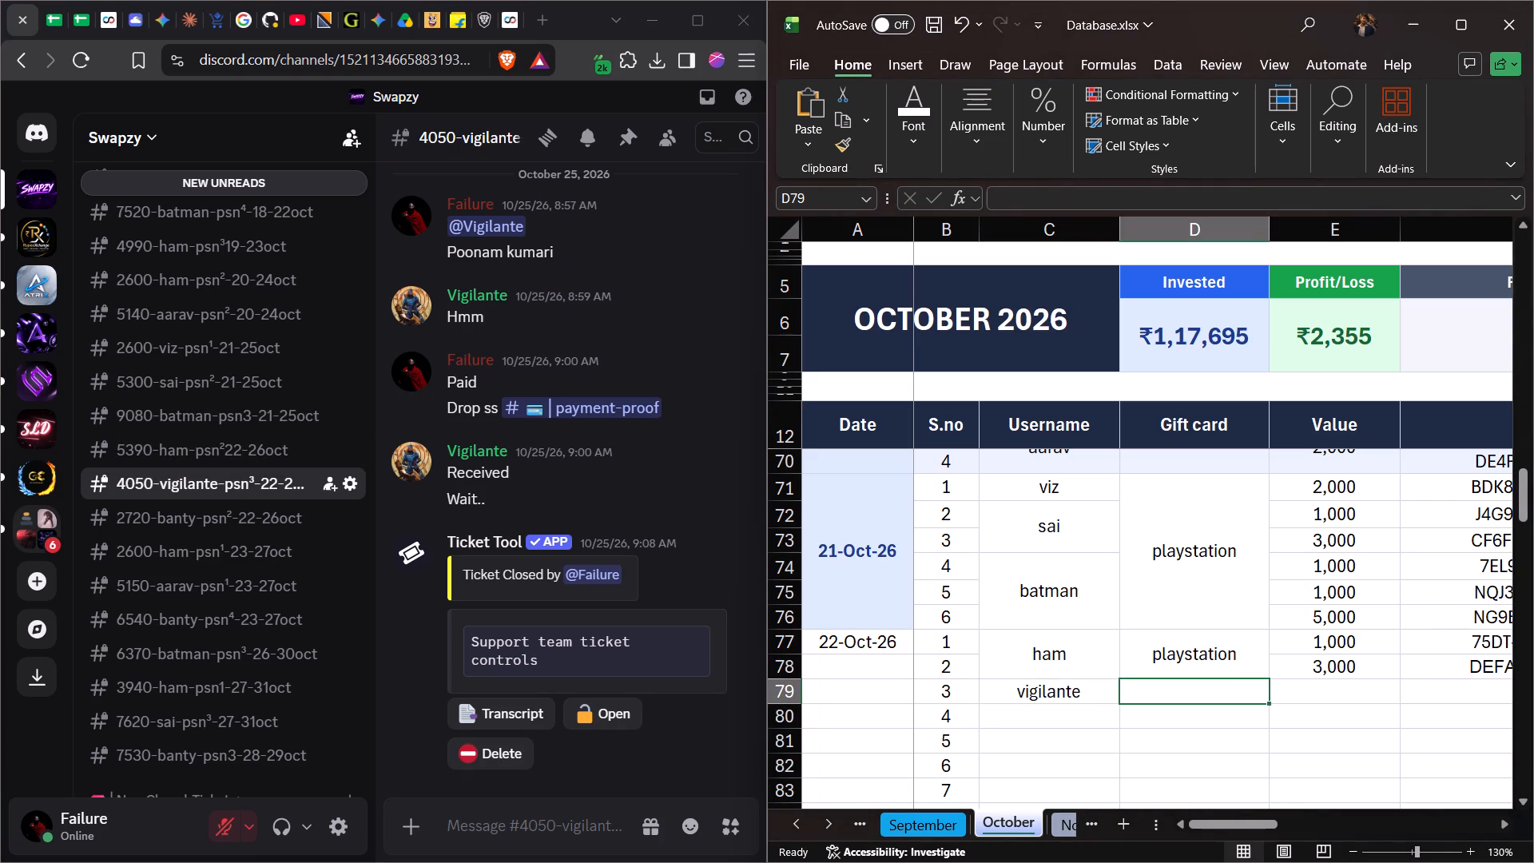
{"action": "type", "text": "pla"}
{"action": "key", "text": "Tab"}
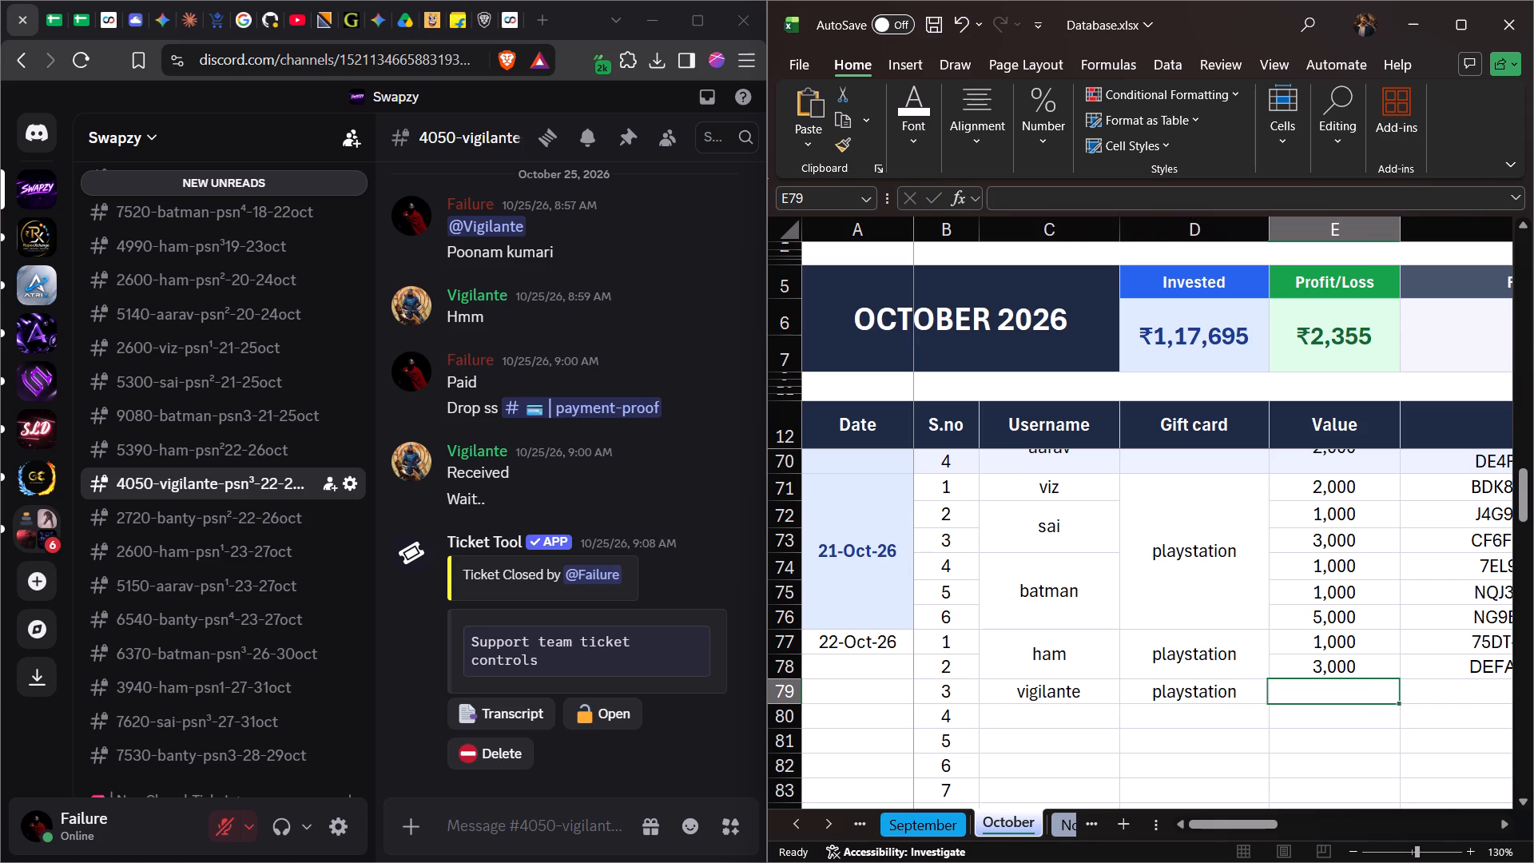
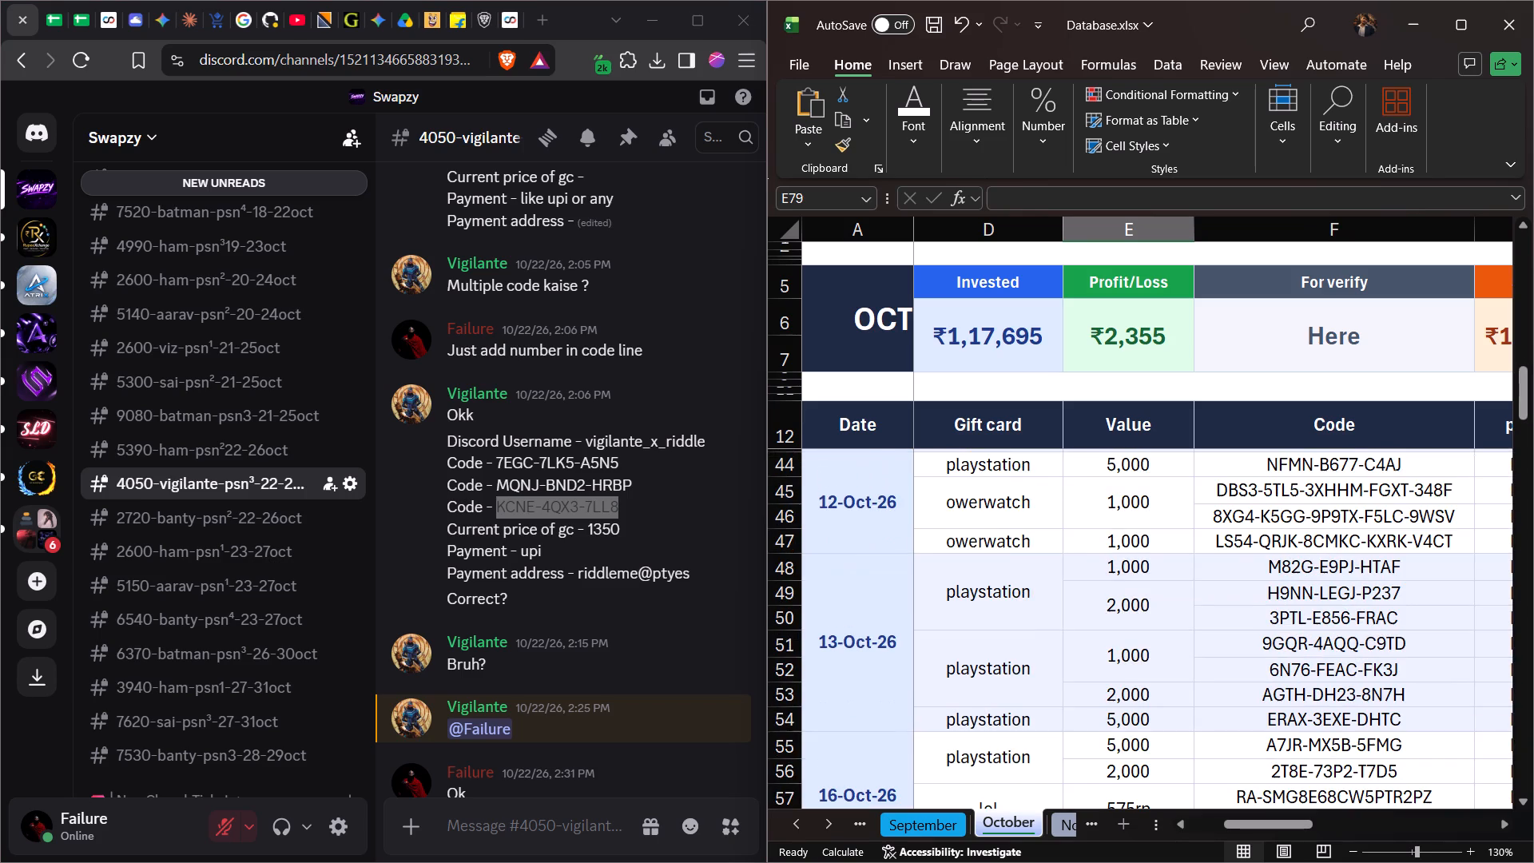
Enter 1000 as the Value in row 79, for the first of vigilante's playstation codes on the October sheet.
{"action": "scroll", "coordinate": [1148, 570], "scroll_direction": "down", "scroll_amount": 11}
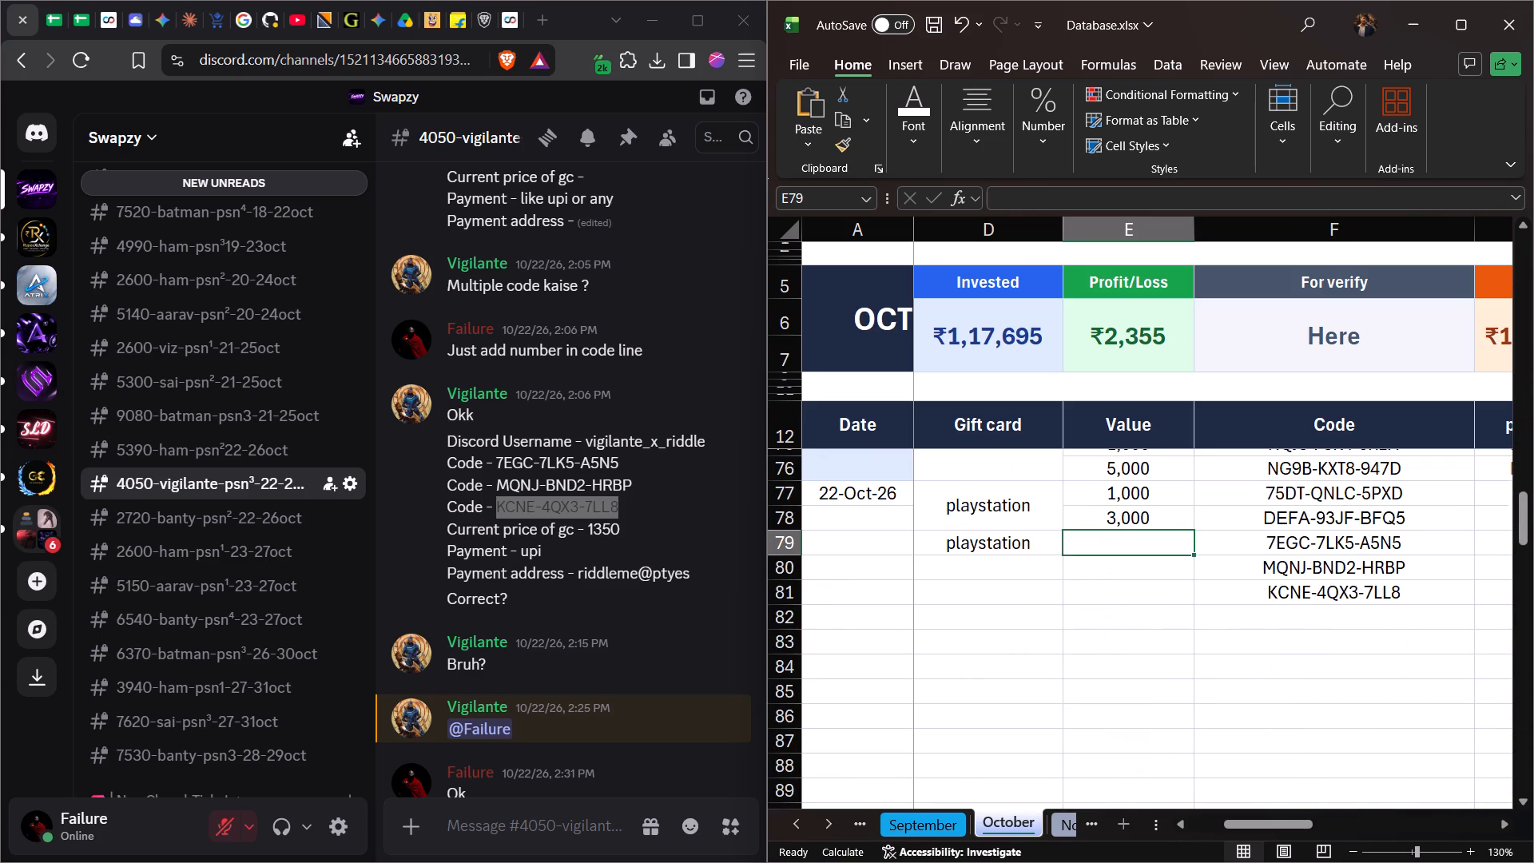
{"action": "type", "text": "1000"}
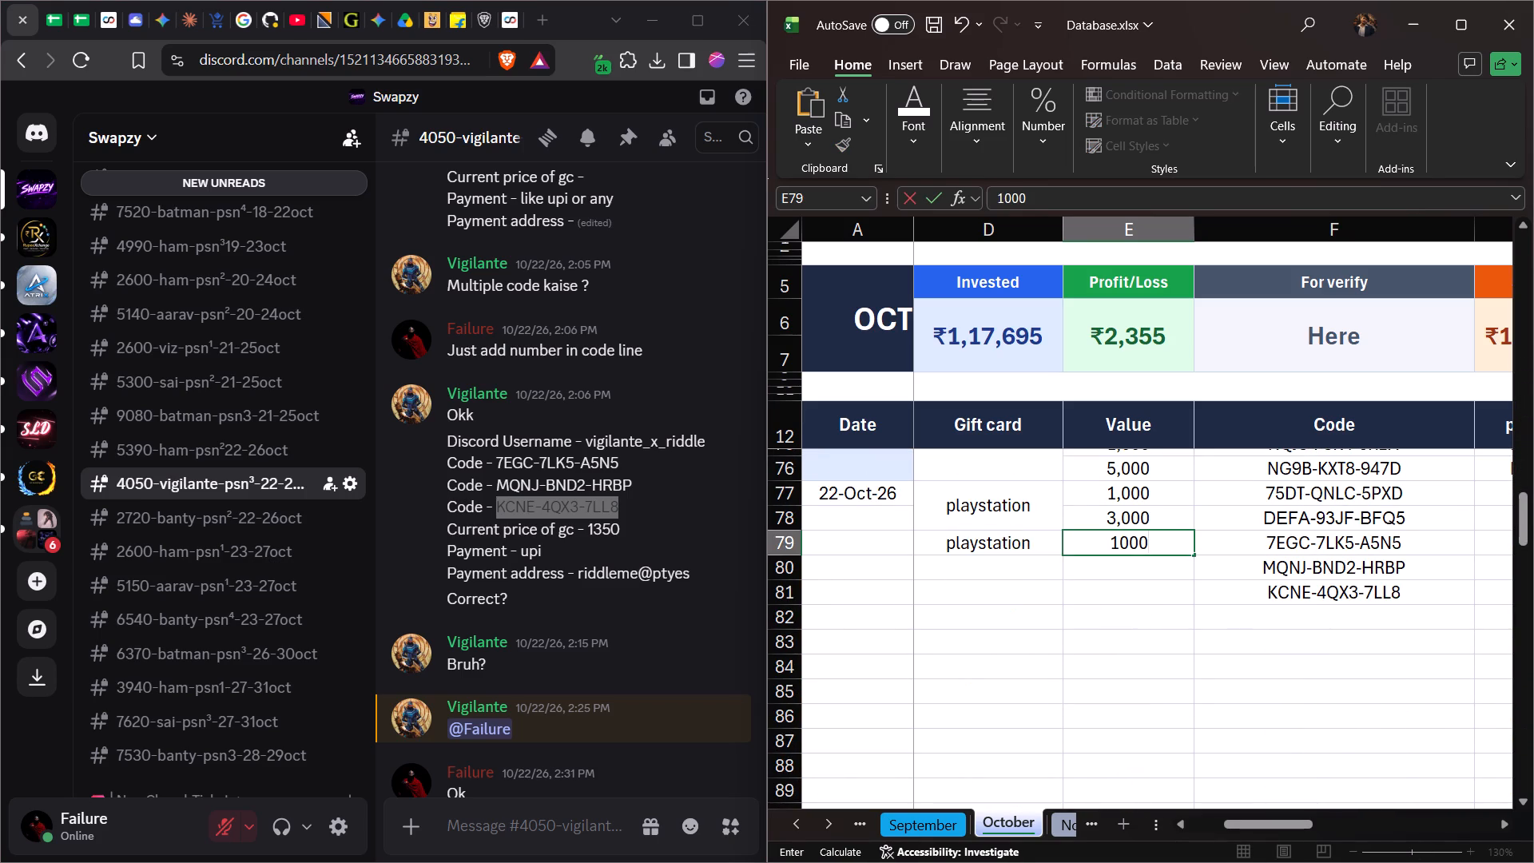
Enter 1000 as the value in the third 22-Oct-26 row.
{"action": "left_click", "coordinate": [1166, 702]}
{"action": "scroll", "coordinate": [1166, 702], "scroll_direction": "up", "scroll_amount": 3}
{"action": "scroll", "coordinate": [1162, 702], "scroll_direction": "down", "scroll_amount": 1}
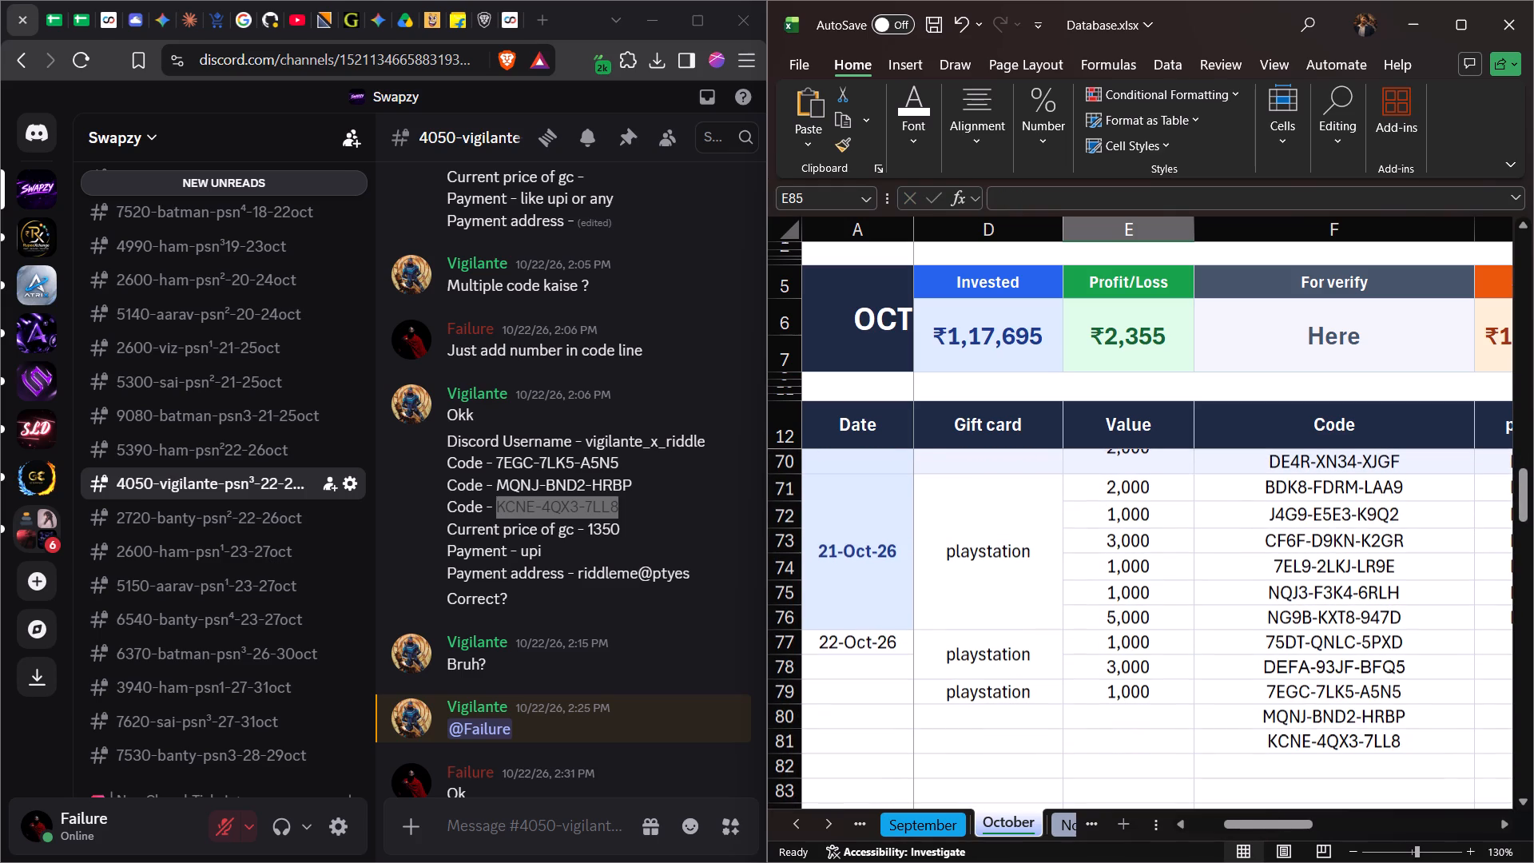
{"action": "left_click_drag", "start_coordinate": [1273, 817], "coordinate": [1219, 824]}
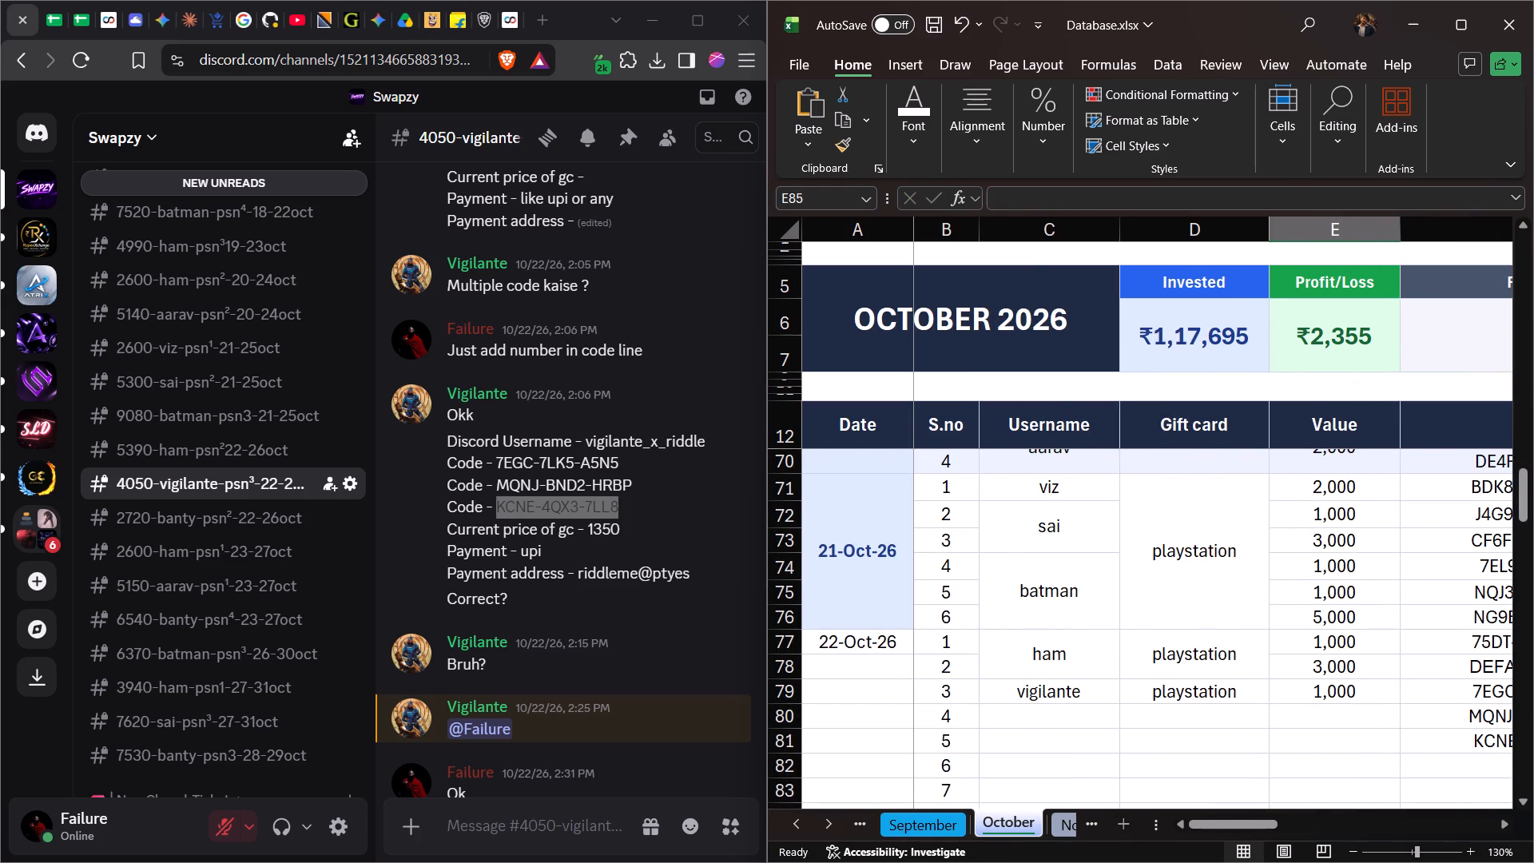
{"action": "scroll", "coordinate": [1195, 722], "scroll_direction": "down", "scroll_amount": 1}
{"action": "left_click_drag", "start_coordinate": [1072, 621], "coordinate": [1072, 646]}
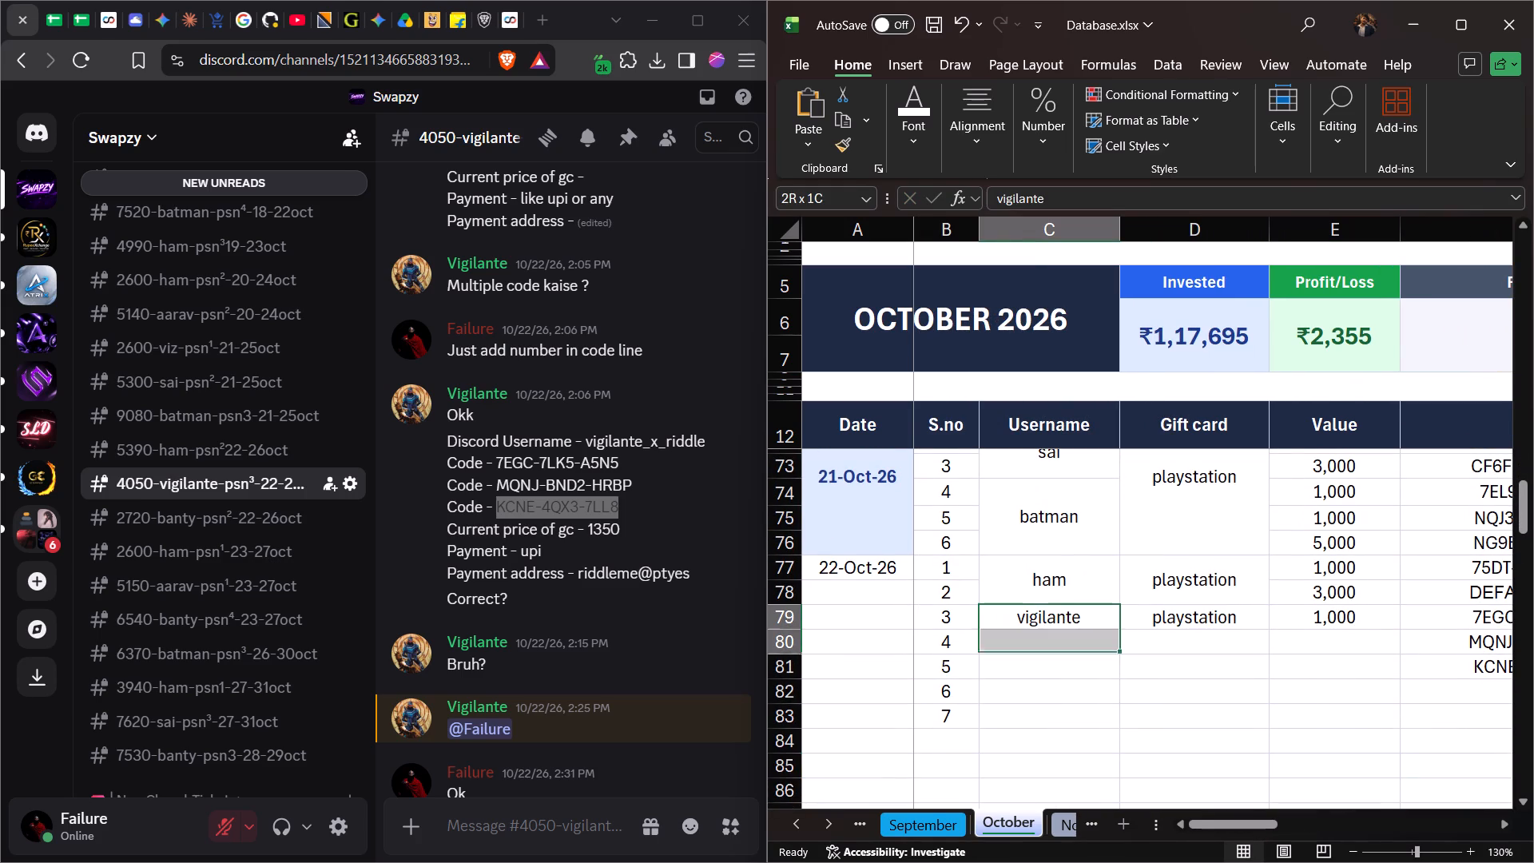
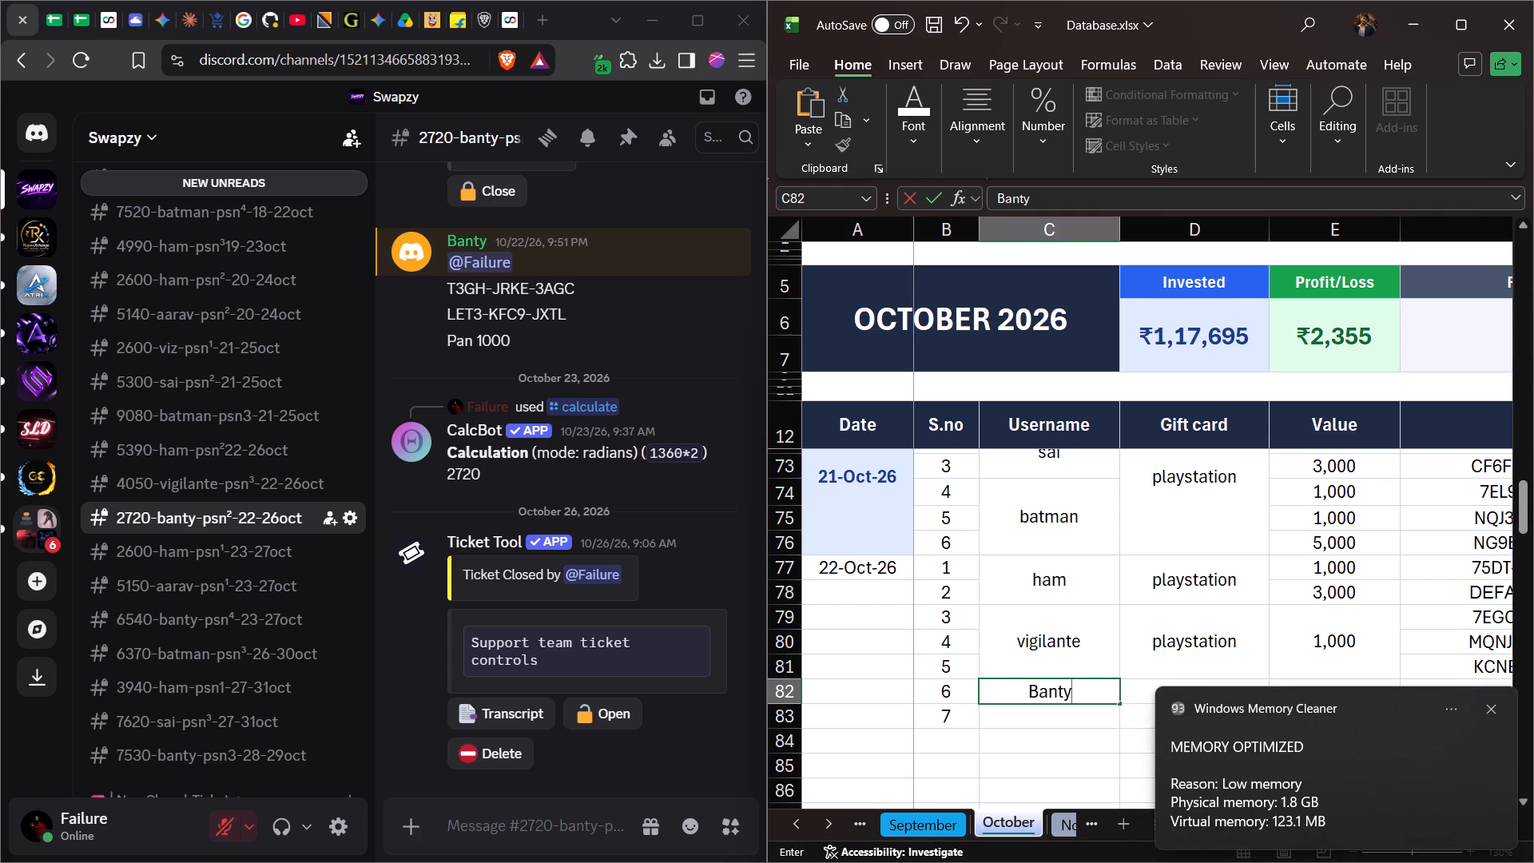
Clear the Banty username and serial numbers 6 and 7 from the two rows below vigilante's 22-Oct-26 entries.
{"action": "key", "text": "BackSpace"}
{"action": "key", "text": "BackSpace"}
{"action": "key", "text": "BackSpace"}
{"action": "key", "text": "BackSpace"}
{"action": "key", "text": "BackSpace"}
{"action": "left_click", "coordinate": [956, 722]}
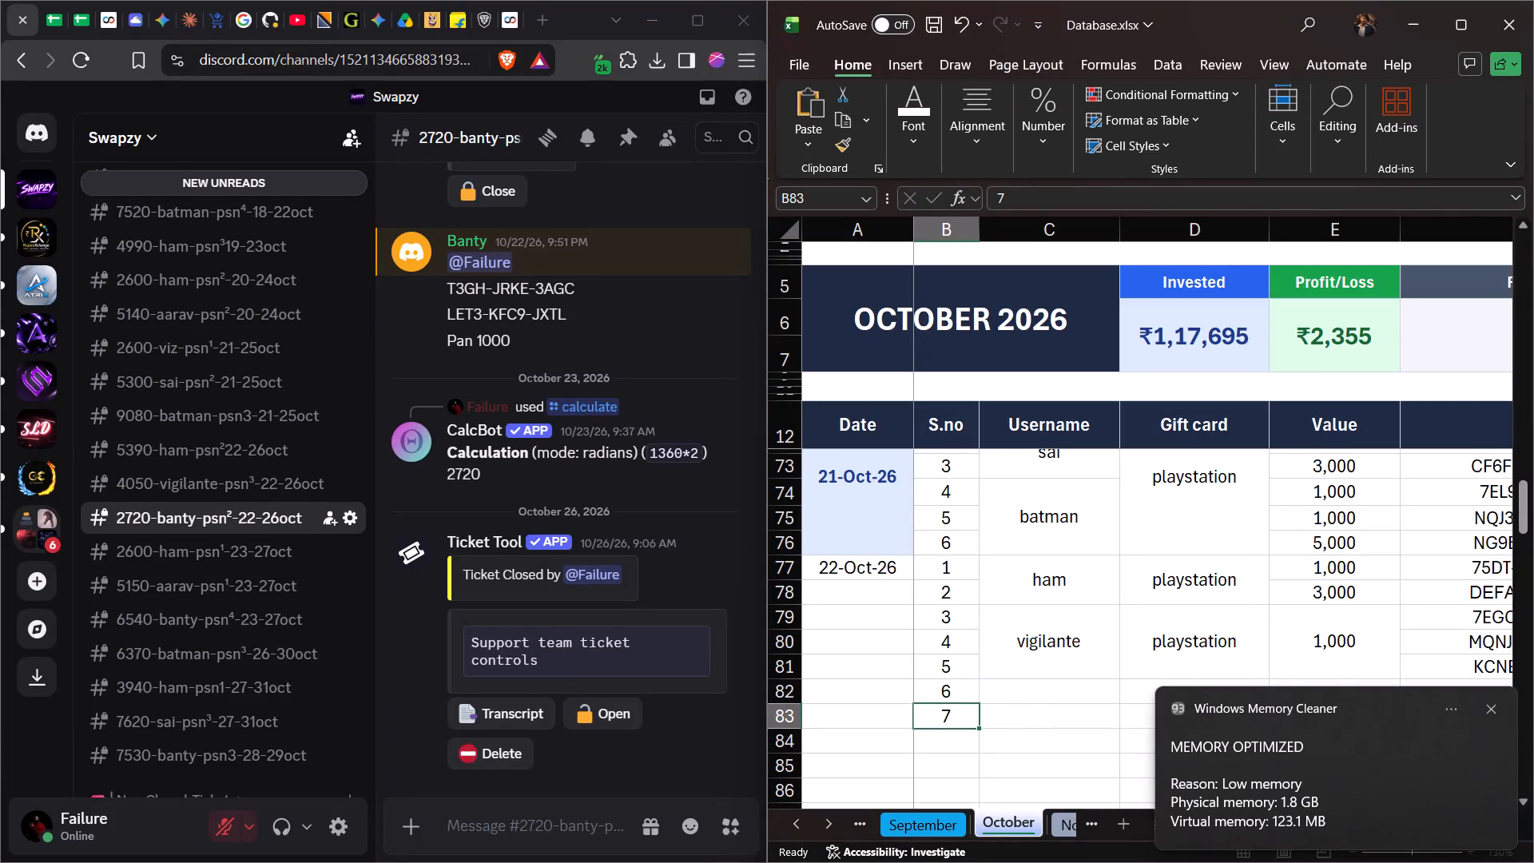
{"action": "key", "text": "Delete"}
{"action": "left_click", "coordinate": [959, 698]}
{"action": "key", "text": "Delete"}
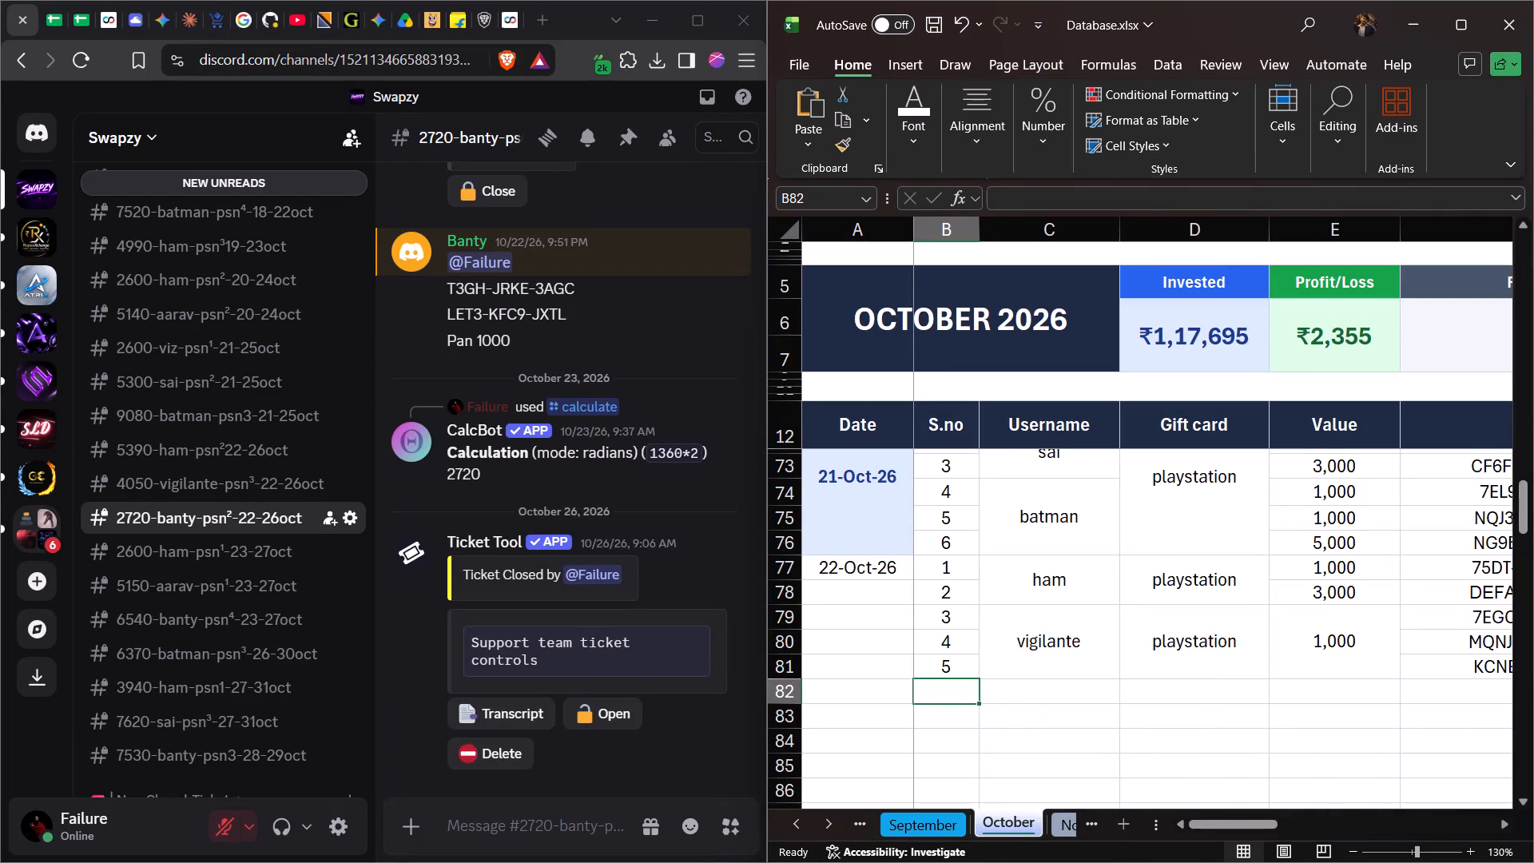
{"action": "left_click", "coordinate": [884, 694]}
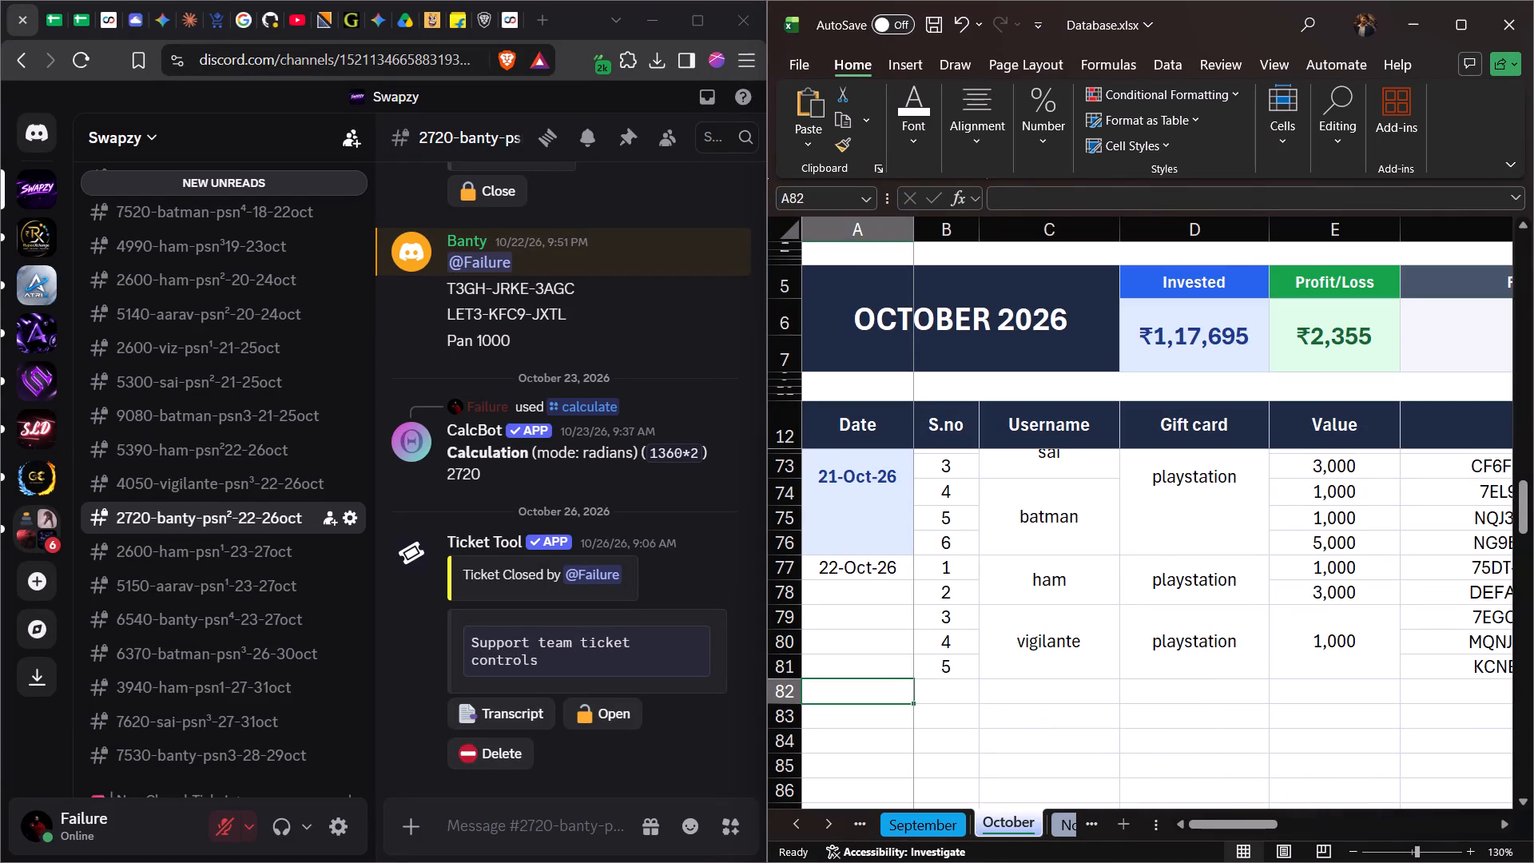